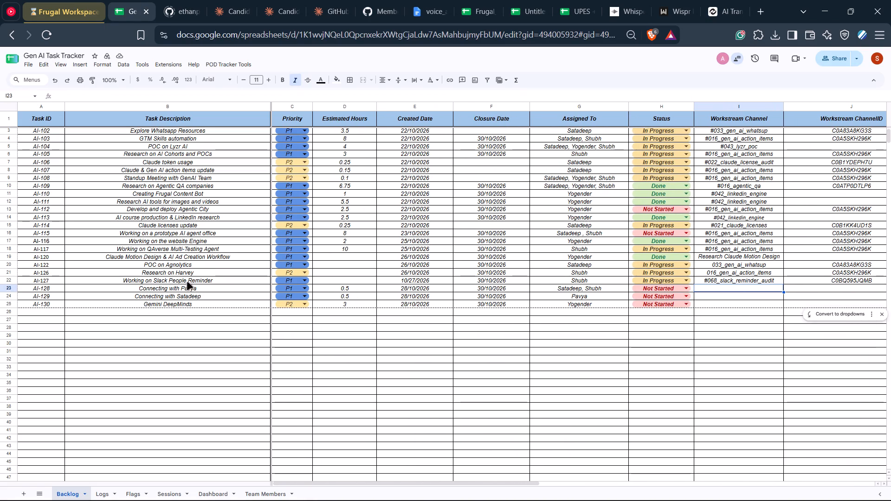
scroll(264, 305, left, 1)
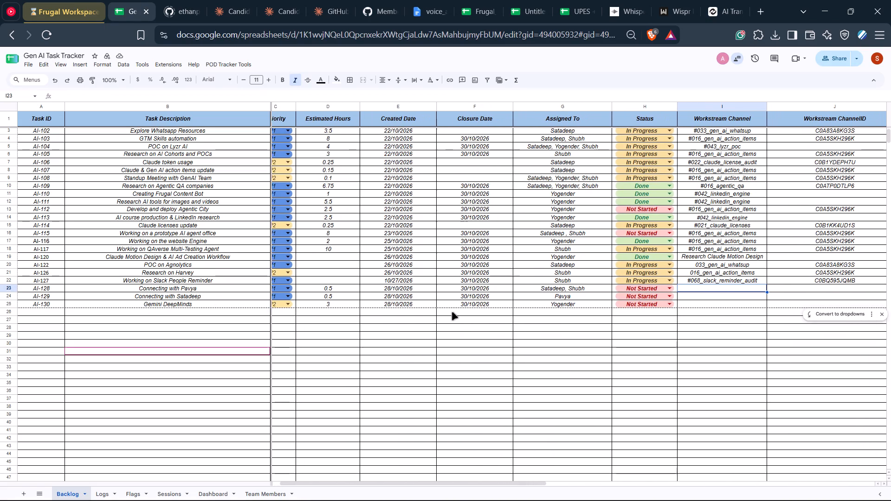
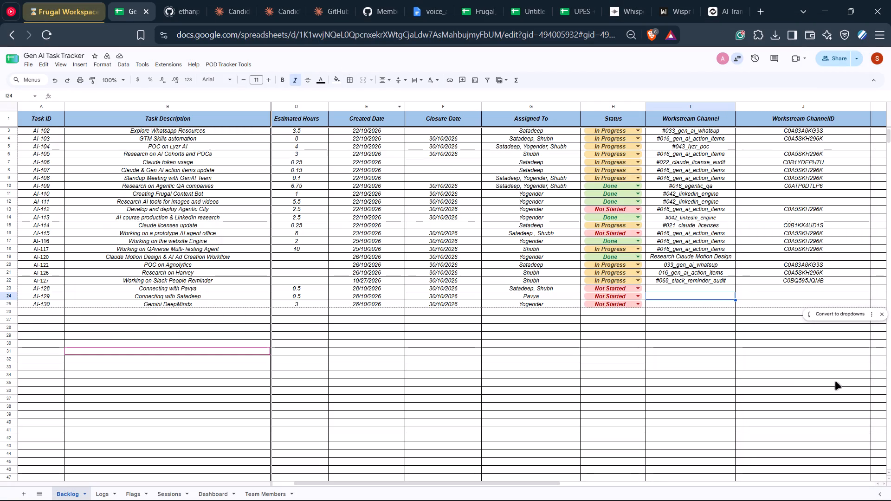
Paste the copied channel name "# 093_whisprflow" into the Workstream Channel cells of tasks AI-128 and AI-129.
click(717, 286)
key(ctrl+v)
click(719, 296)
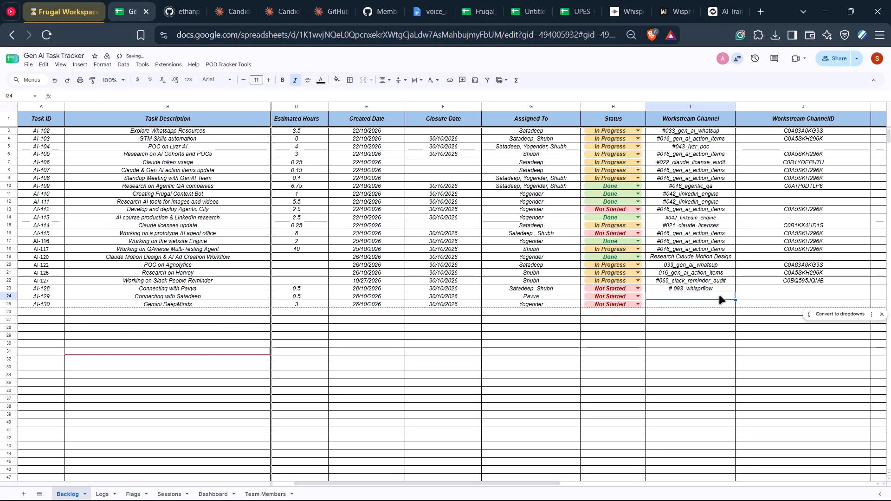
key(ctrl+v)
click(720, 324)
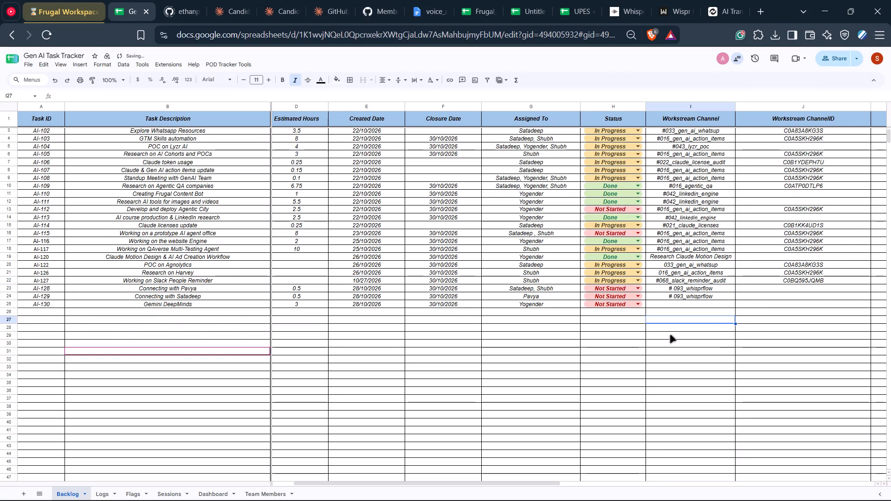
Remove the space after the # in the Workstream Channel of AI-128 and AI-129 so both read #093_whisprflow.
click(676, 288)
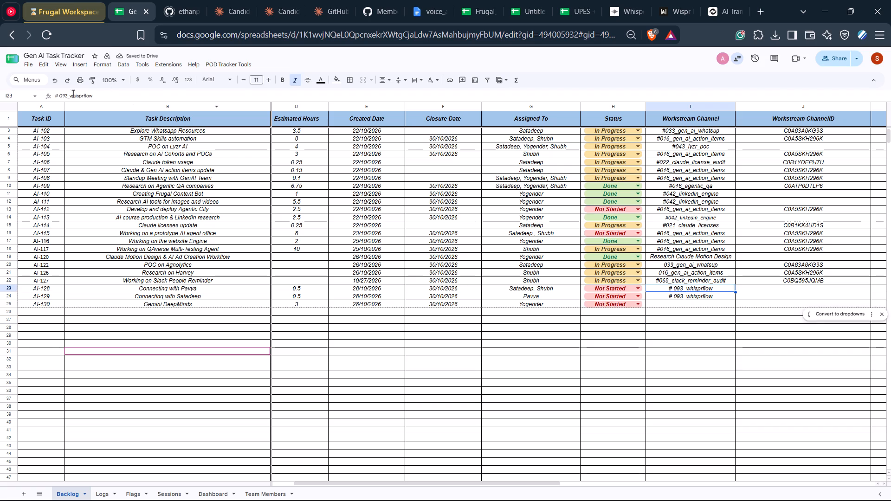
click(59, 95)
key(BackSpace)
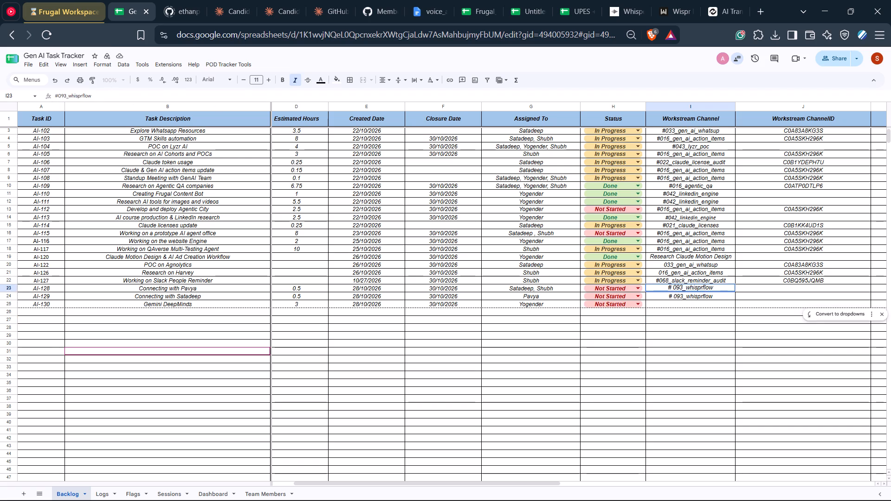
click(703, 297)
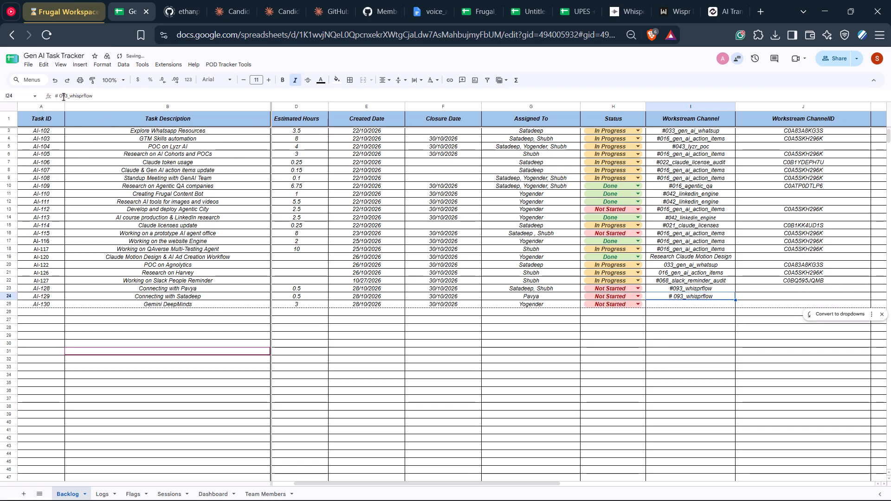
click(59, 96)
key(BackSpace)
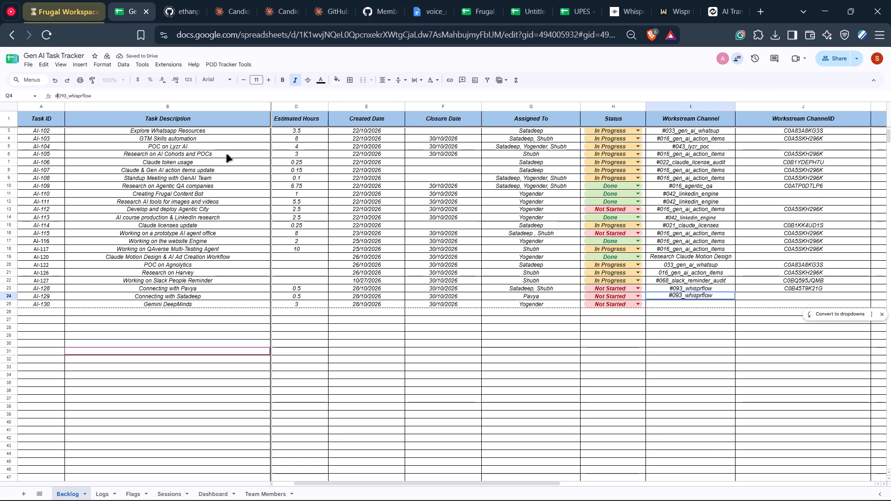
click(669, 341)
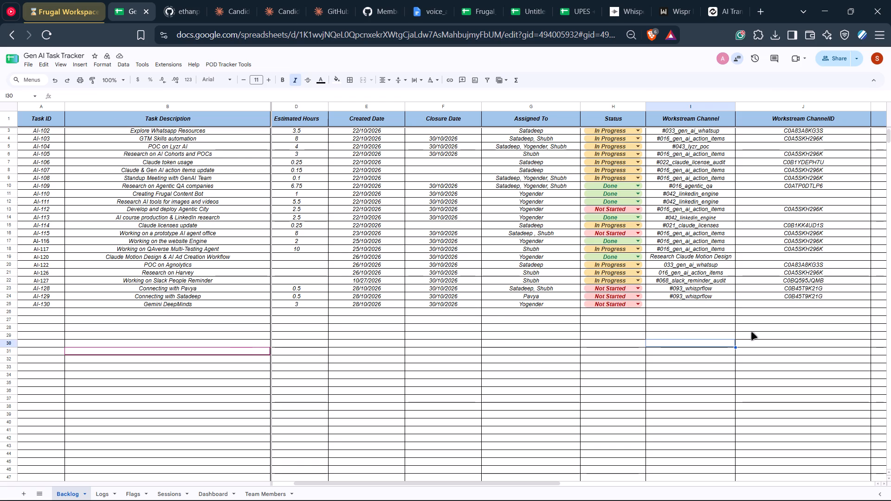